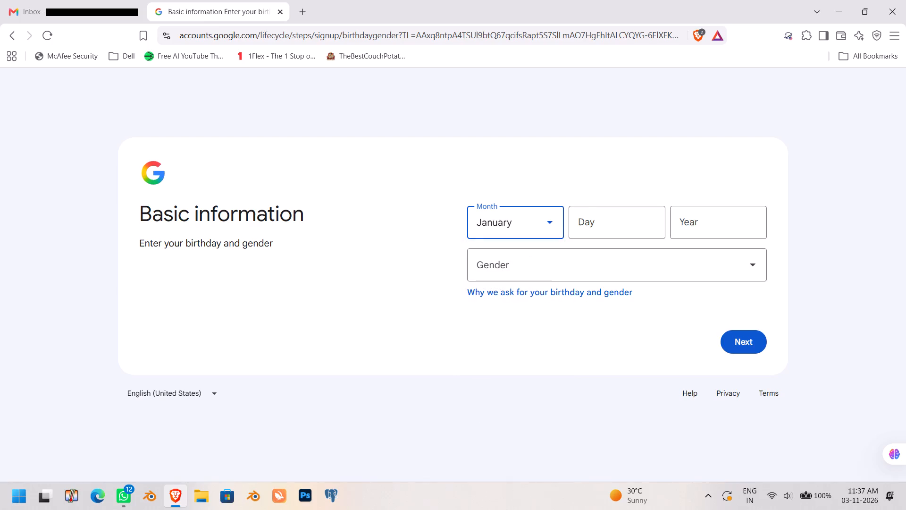
# Complete the date of birth by filling in the day and year fields of the basic information form.
pyautogui.click(602, 224)
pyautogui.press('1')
pyautogui.press('Return')
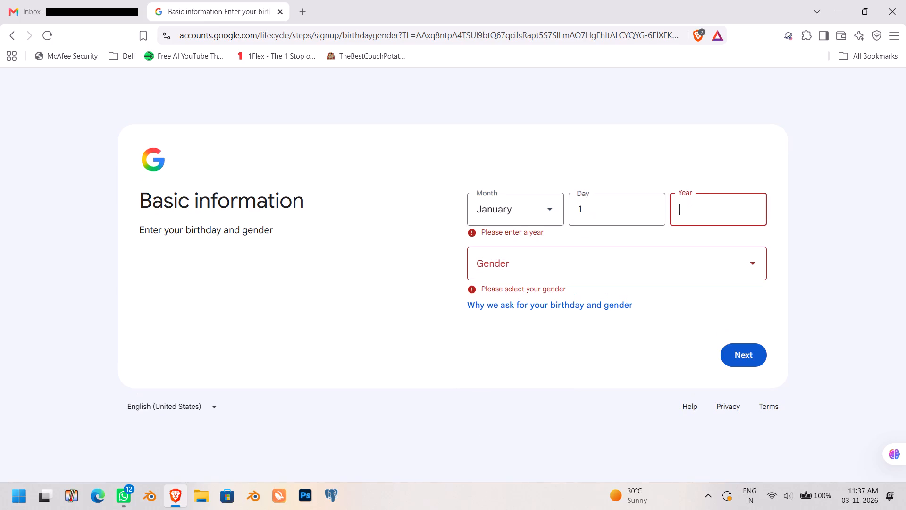
pyautogui.click(703, 209)
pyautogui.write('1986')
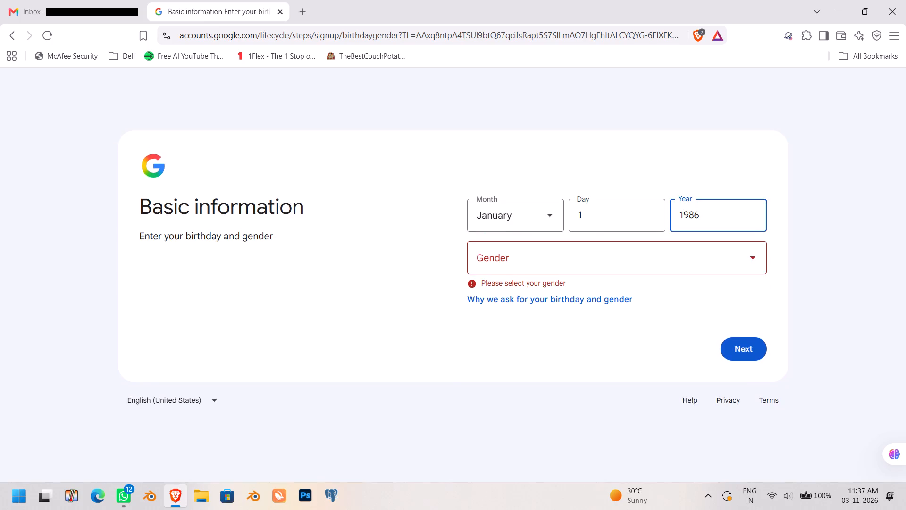
# Open the gender choices in the basic information form.
pyautogui.click(643, 278)
pyautogui.click(677, 263)
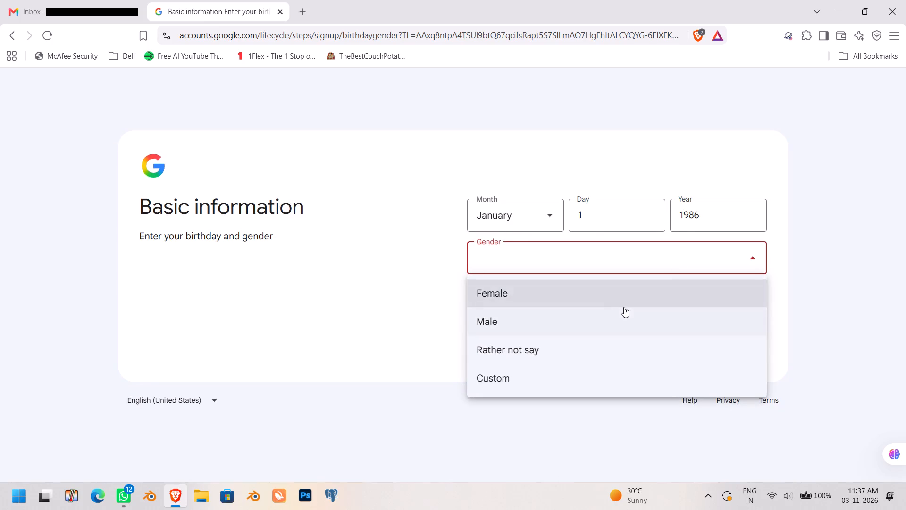
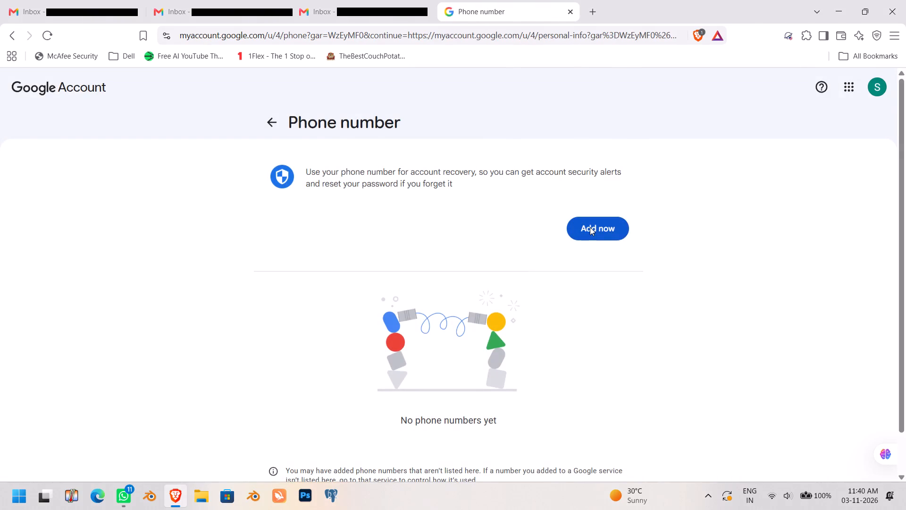
# Start adding a recovery phone number to the Google Account from the Phone number page.
pyautogui.scroll(-3, 590, 227)
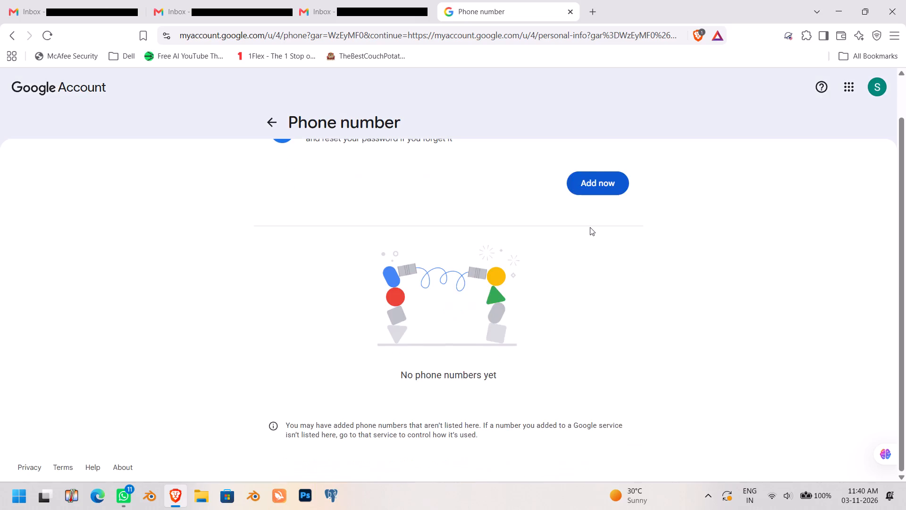
pyautogui.scroll(2, 590, 227)
pyautogui.click(586, 233)
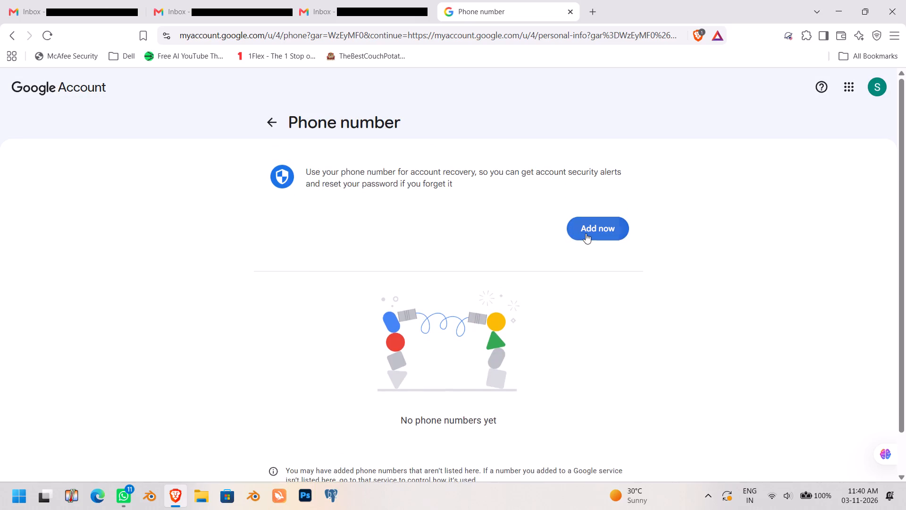
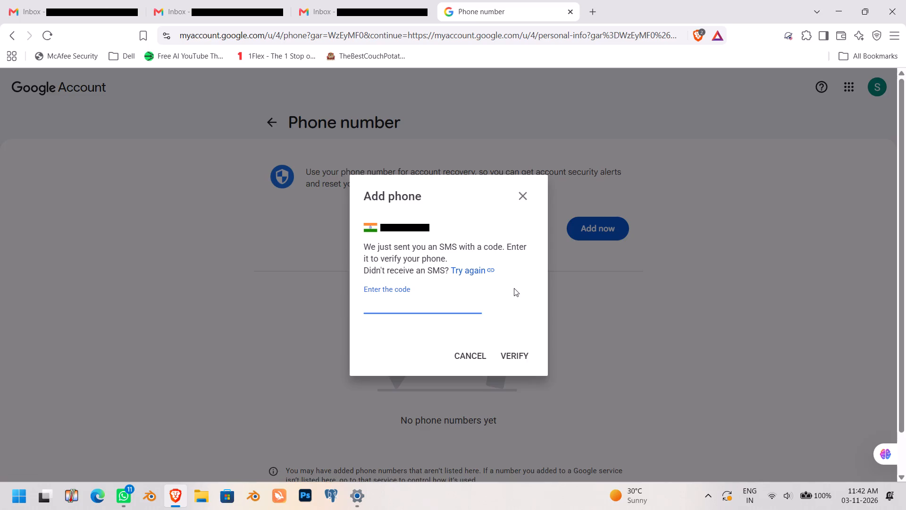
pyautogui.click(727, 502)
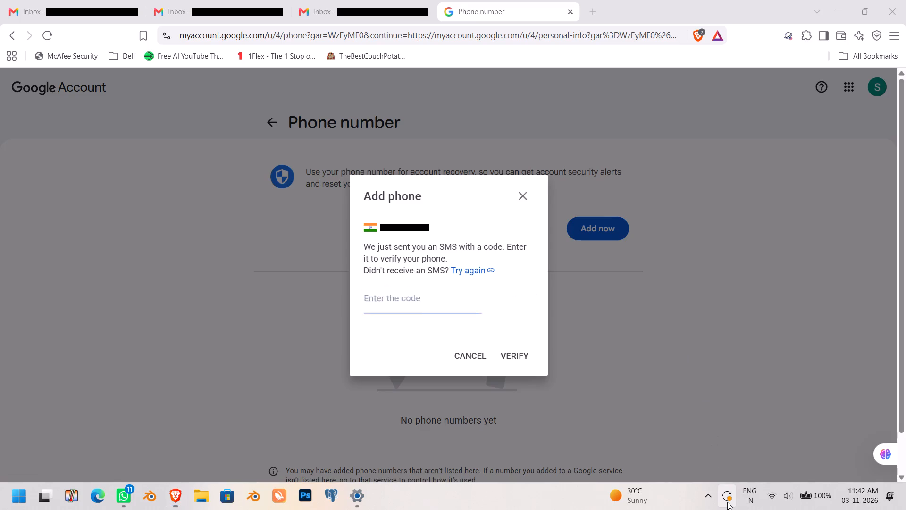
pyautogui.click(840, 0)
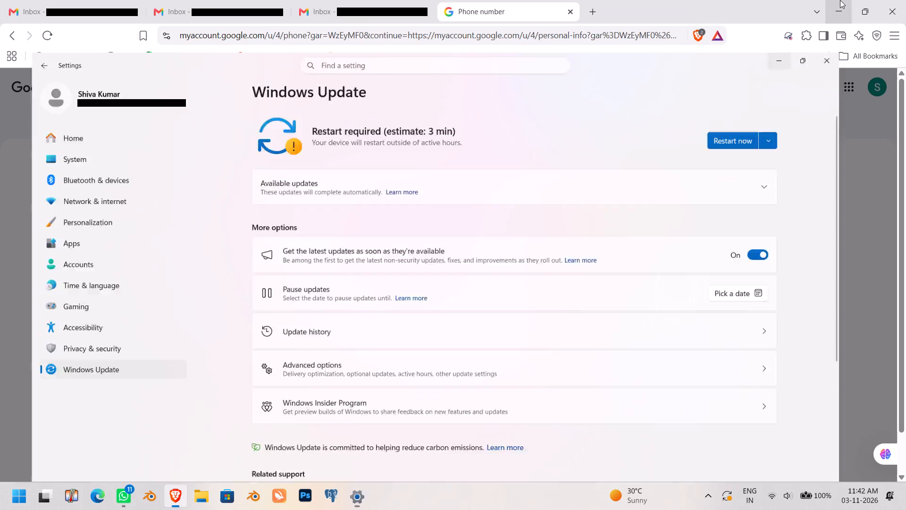
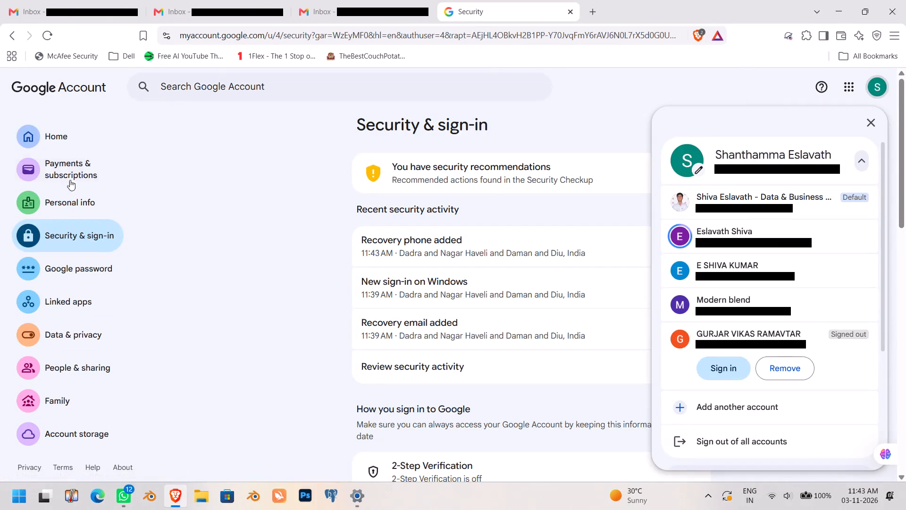
# Open the Email page from the account's Personal info and select the full Google Account email address.
pyautogui.click(51, 188)
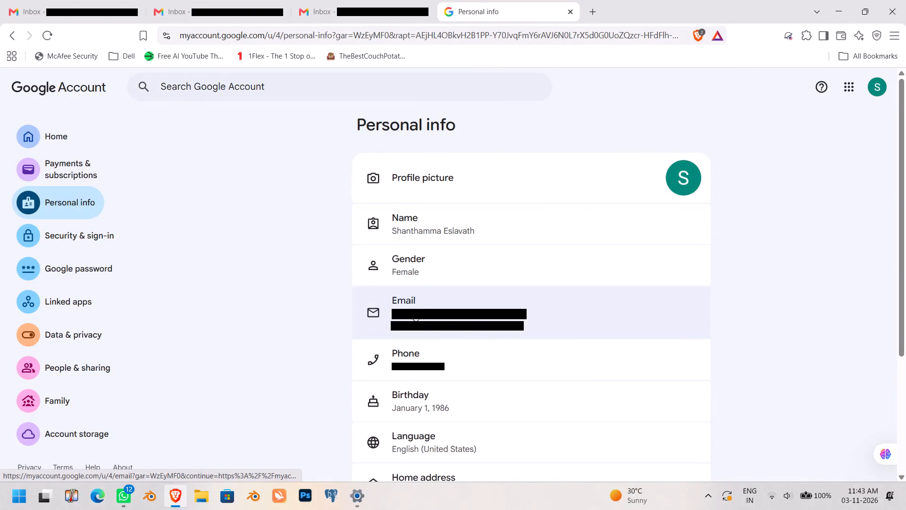
pyautogui.click(414, 310)
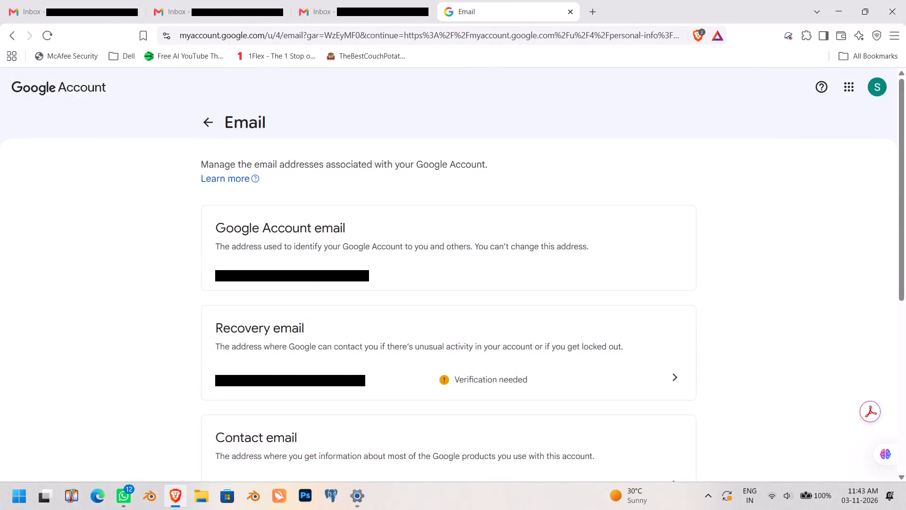
pyautogui.tripleClick(323, 275)
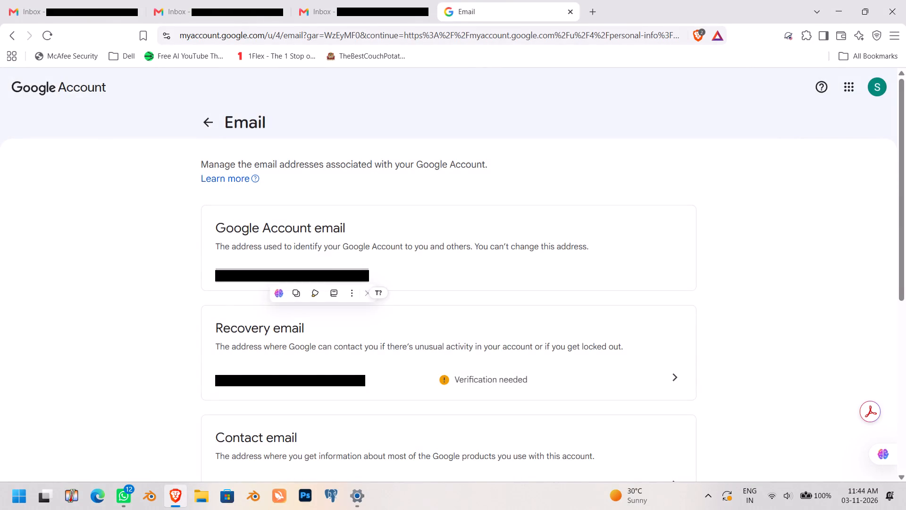
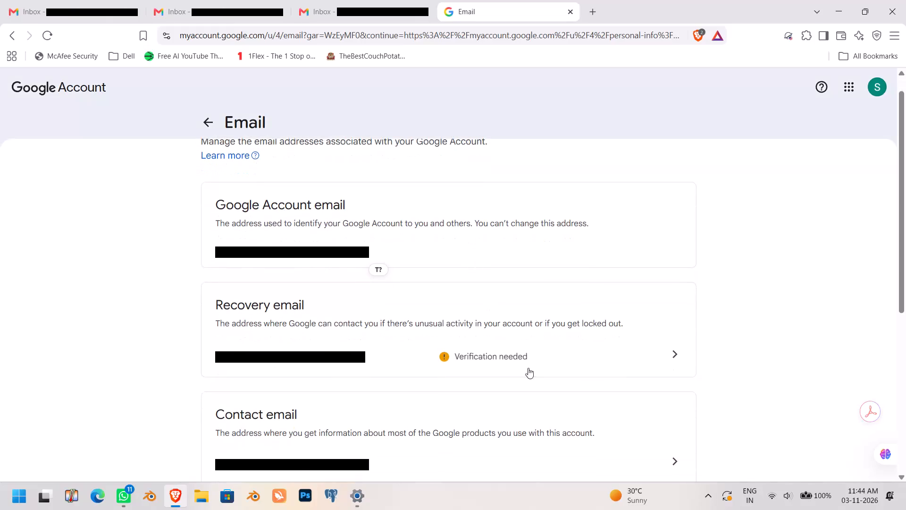
# Open the Recovery email settings from the account's Email page.
pyautogui.click(544, 355)
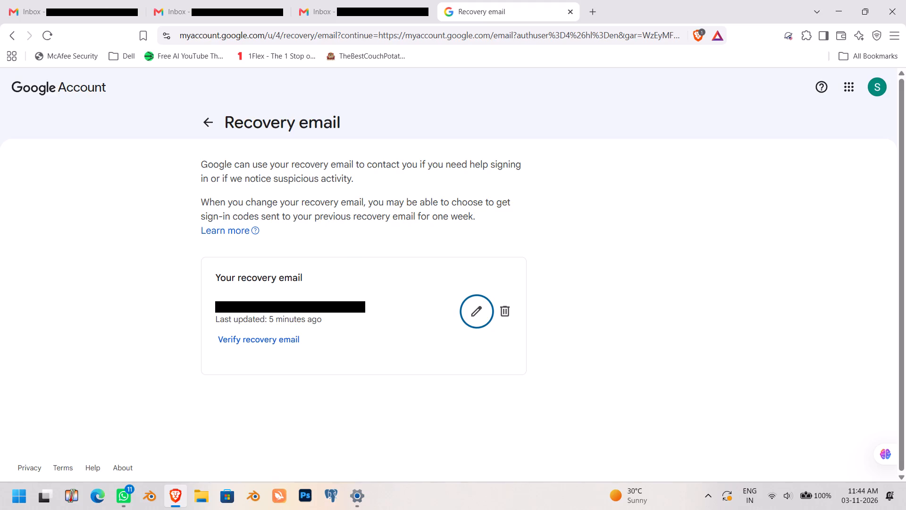
# Return to the account's Email page and review its recovery, contact, alternate and About me email sections.
pyautogui.click(217, 135)
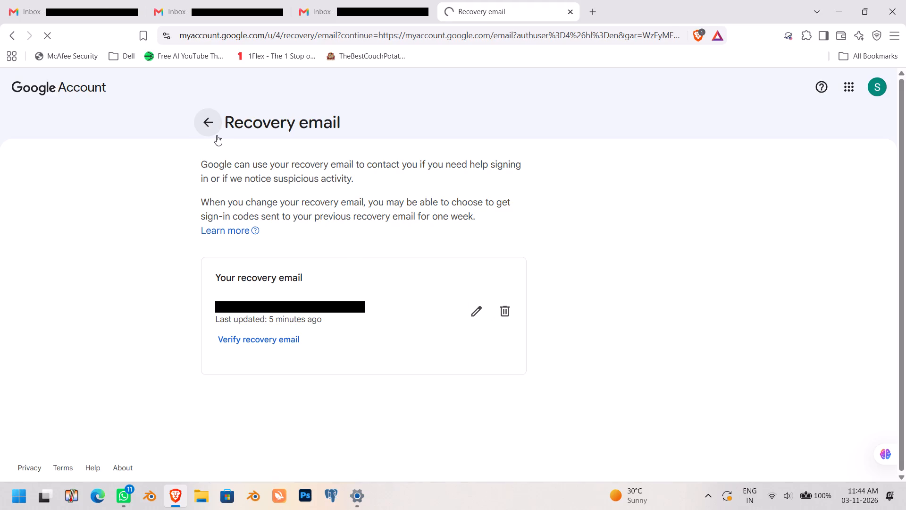
pyautogui.scroll(-2, 438, 291)
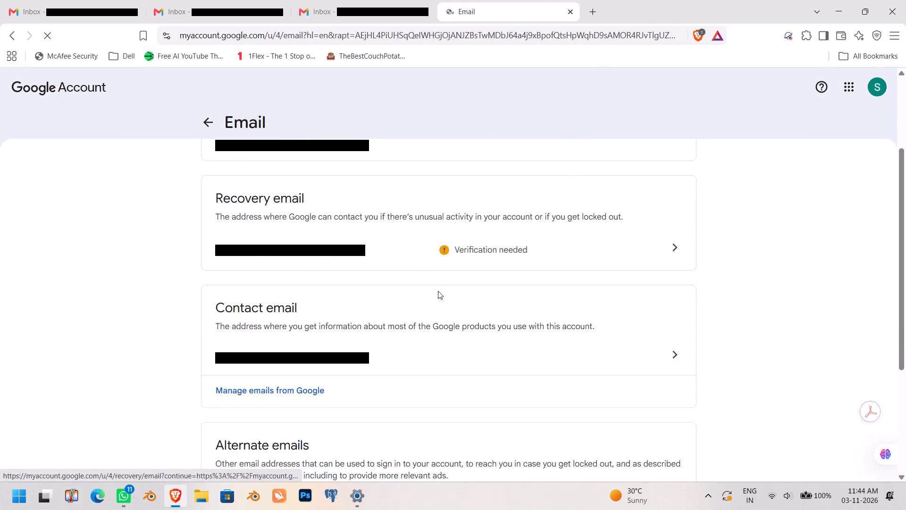
pyautogui.scroll(-1, 438, 291)
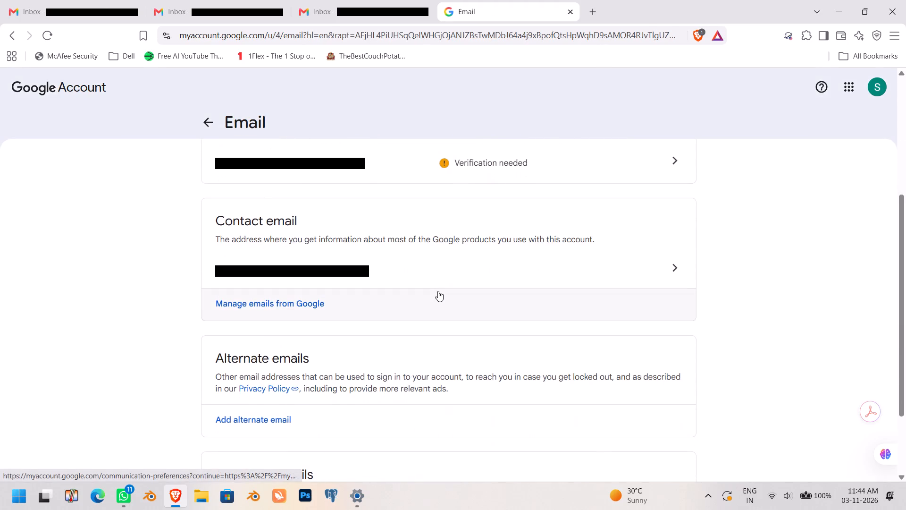
pyautogui.scroll(-1, 438, 291)
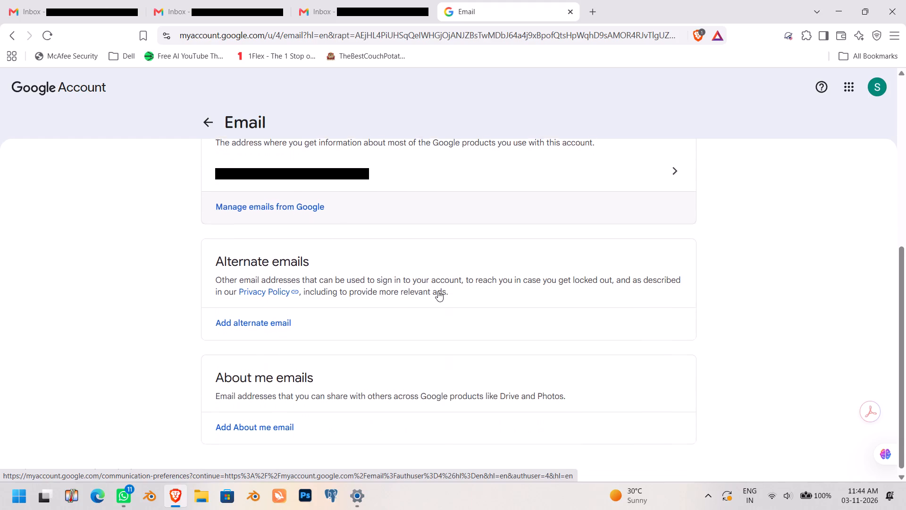
pyautogui.scroll(-3, 438, 291)
pyautogui.scroll(6, 438, 291)
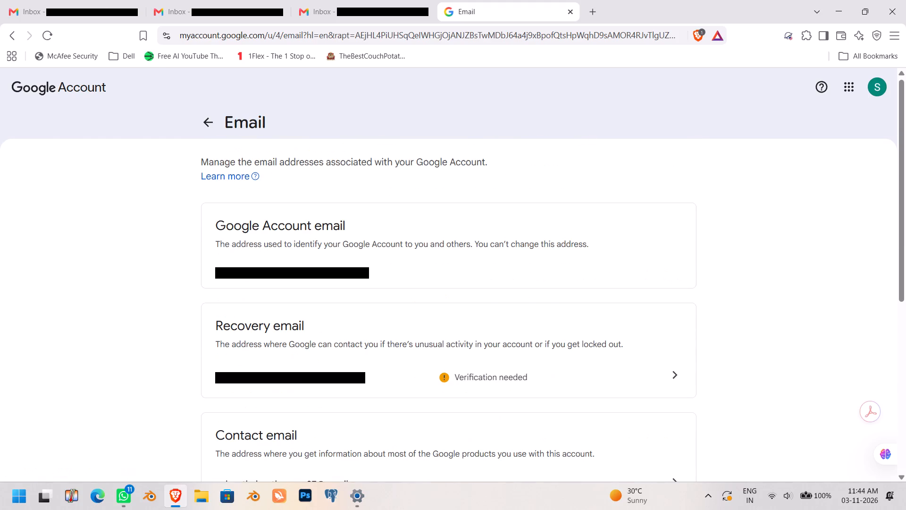
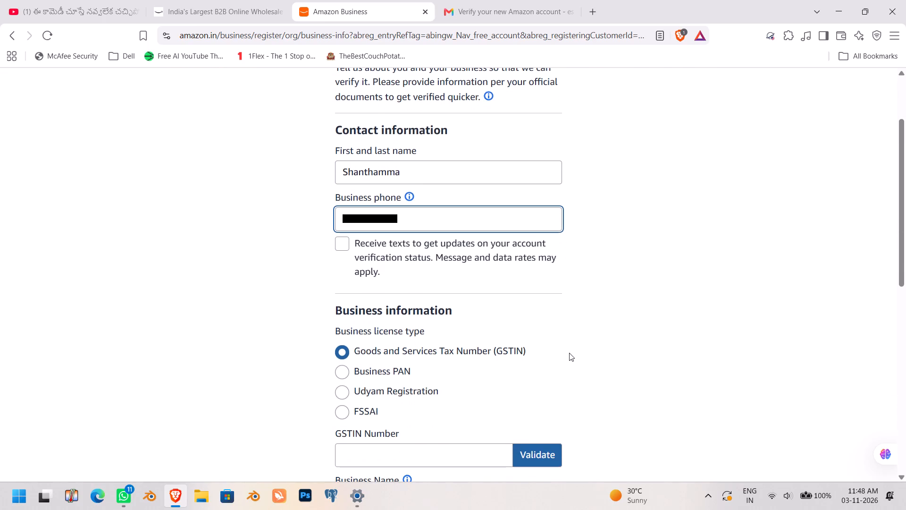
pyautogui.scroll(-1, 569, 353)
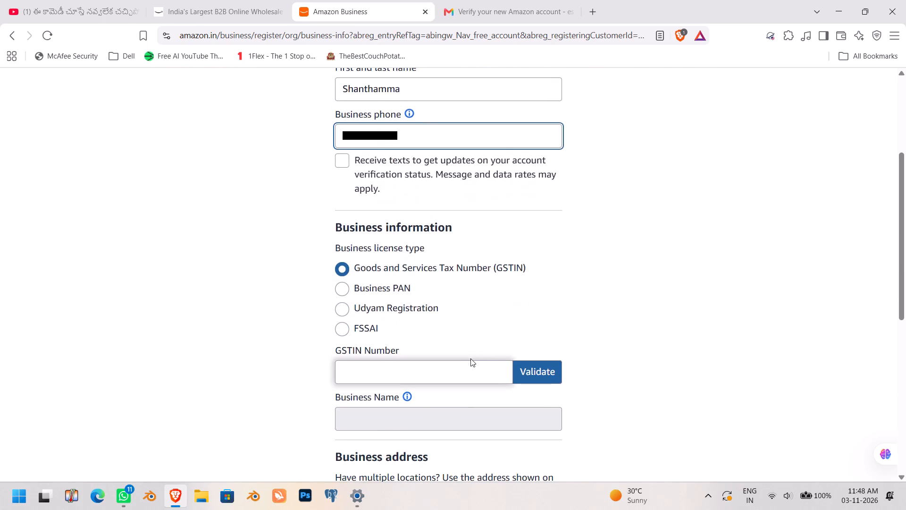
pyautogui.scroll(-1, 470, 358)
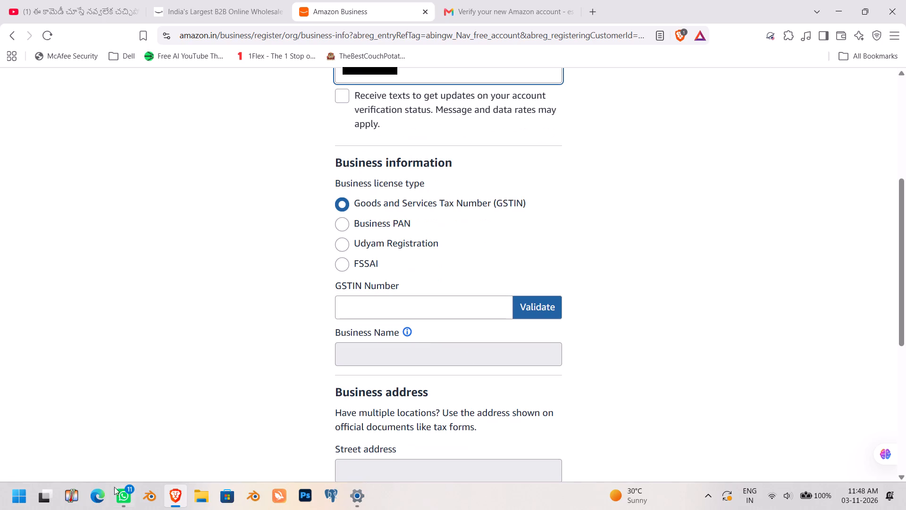
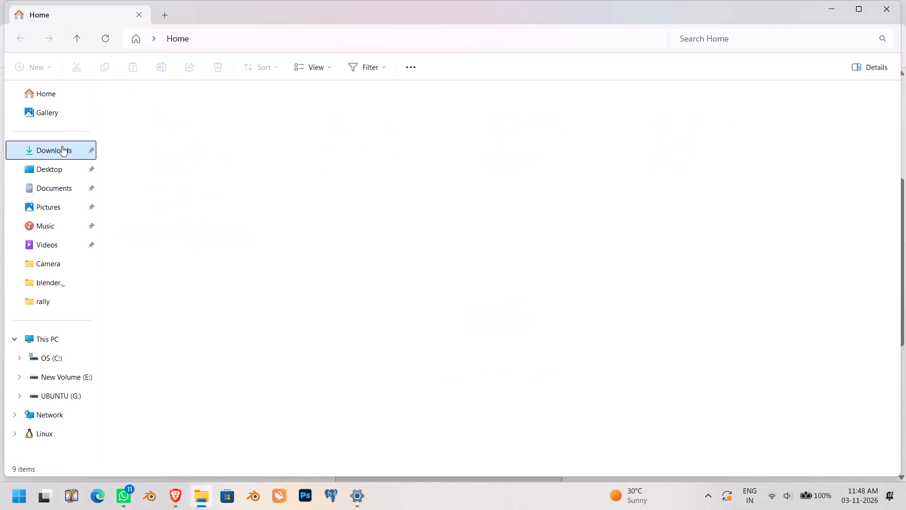
# Open the GST registration certificate PDF from the Downloads folder and copy its registration number.
pyautogui.doubleClick(197, 125)
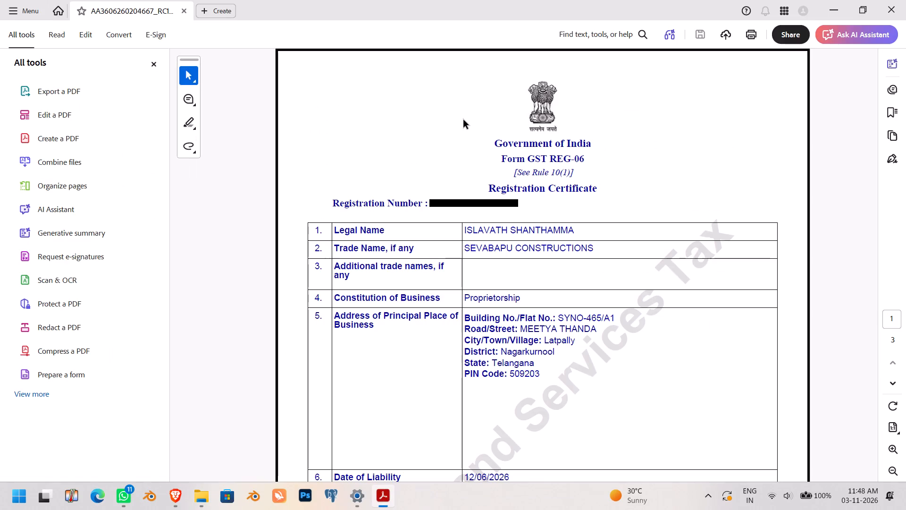
pyautogui.tripleClick(502, 203)
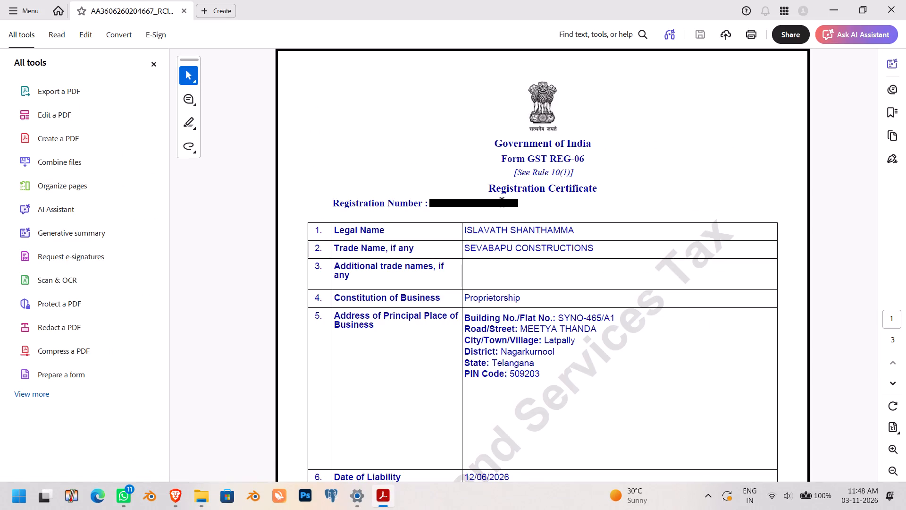
pyautogui.click(502, 203)
pyautogui.click(467, 177)
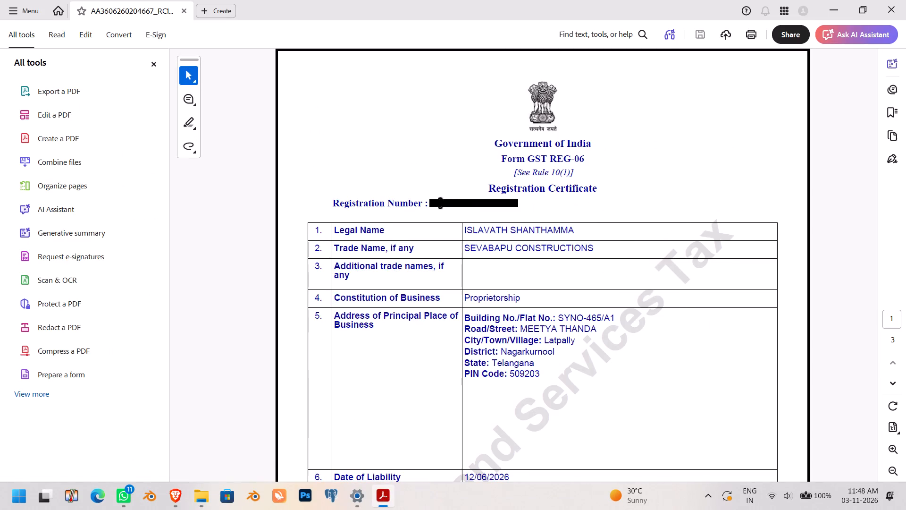
pyautogui.moveTo(432, 203); pyautogui.dragTo(505, 209)
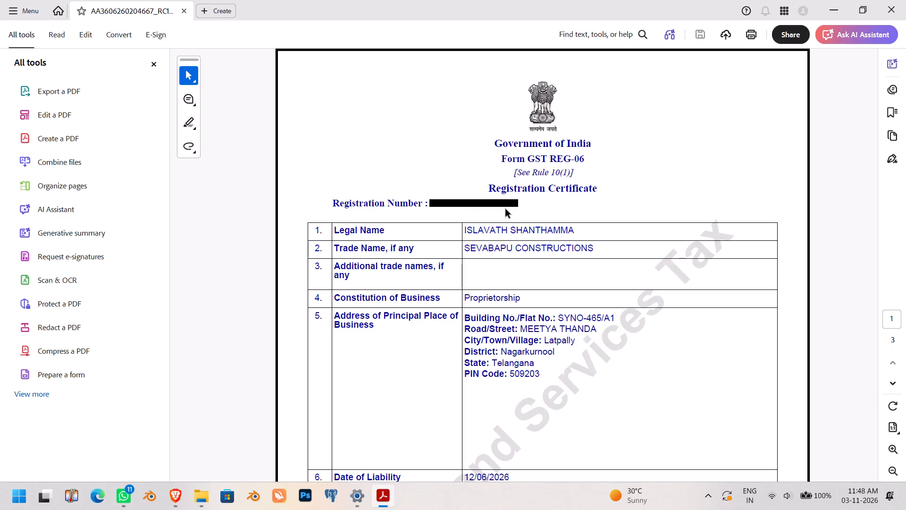
pyautogui.moveTo(505, 209); pyautogui.dragTo(493, 199)
pyautogui.click(493, 199)
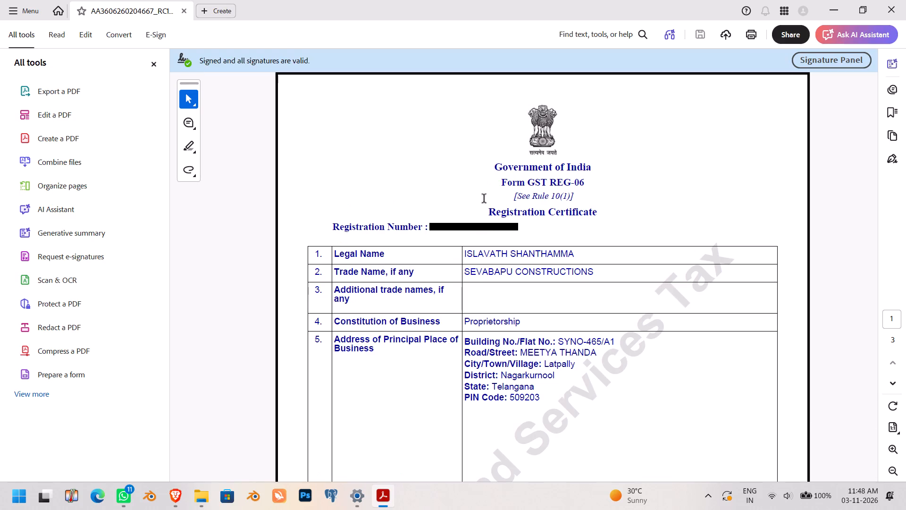
pyautogui.moveTo(432, 226); pyautogui.dragTo(511, 234)
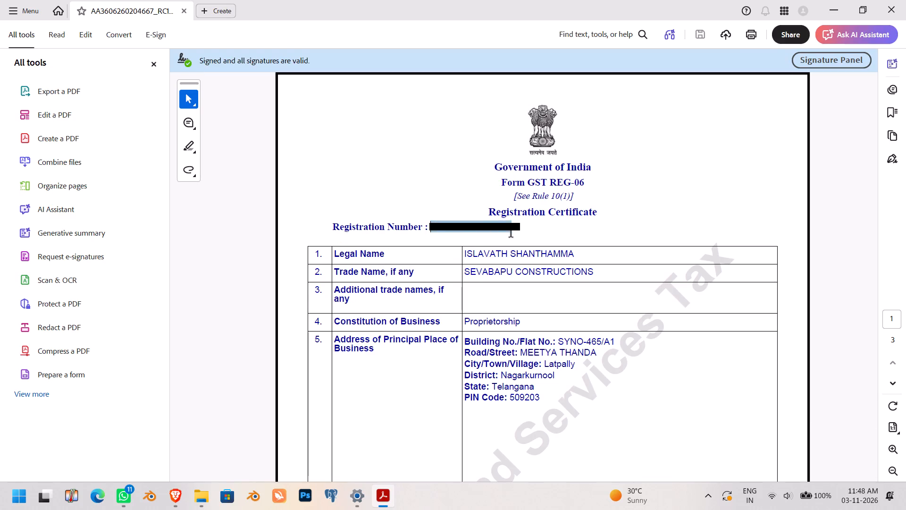
pyautogui.moveTo(511, 234); pyautogui.dragTo(517, 234)
pyautogui.hotkey('ctrl', 'c')
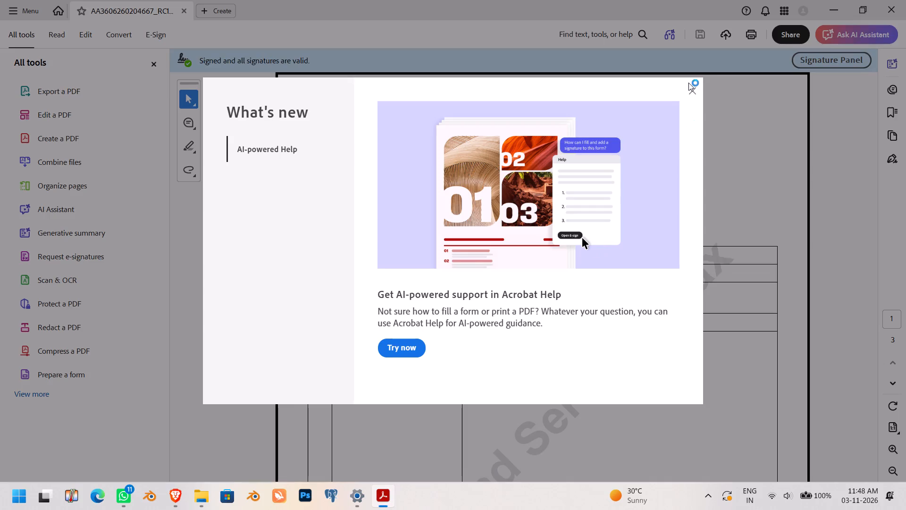
pyautogui.click(691, 94)
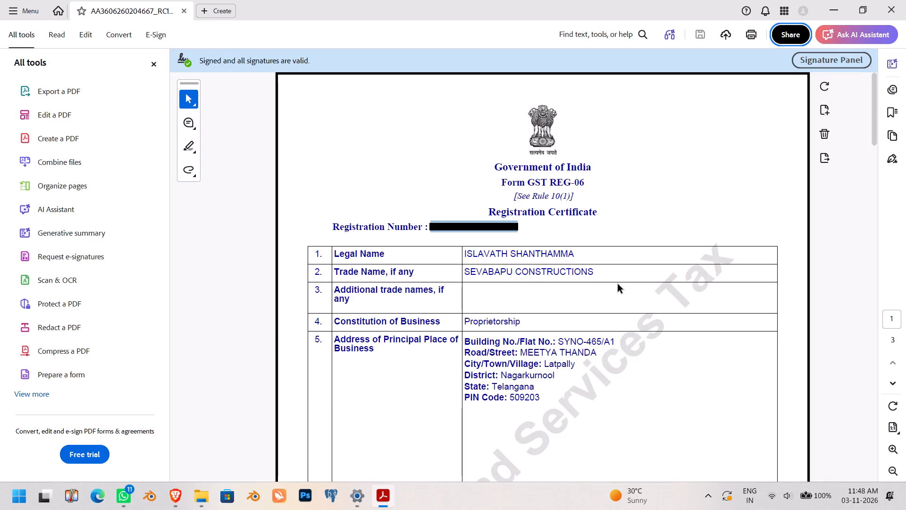
# Switch to the Amazon Business form in Brave, enter the copied registration number as the GSTIN number and validate it.
pyautogui.hotkey('alt', 'Tab')
pyautogui.hotkey('alt', 'Tab')
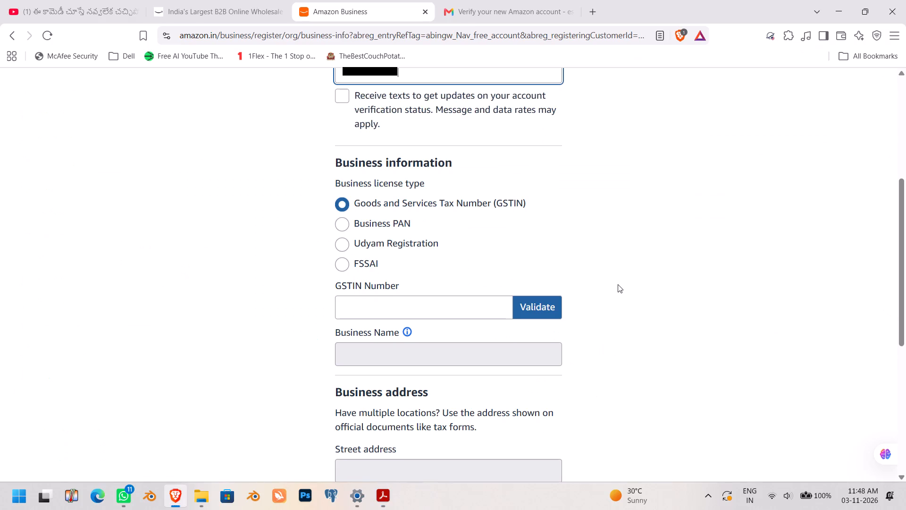
pyautogui.click(460, 305)
pyautogui.hotkey('ctrl', 'v')
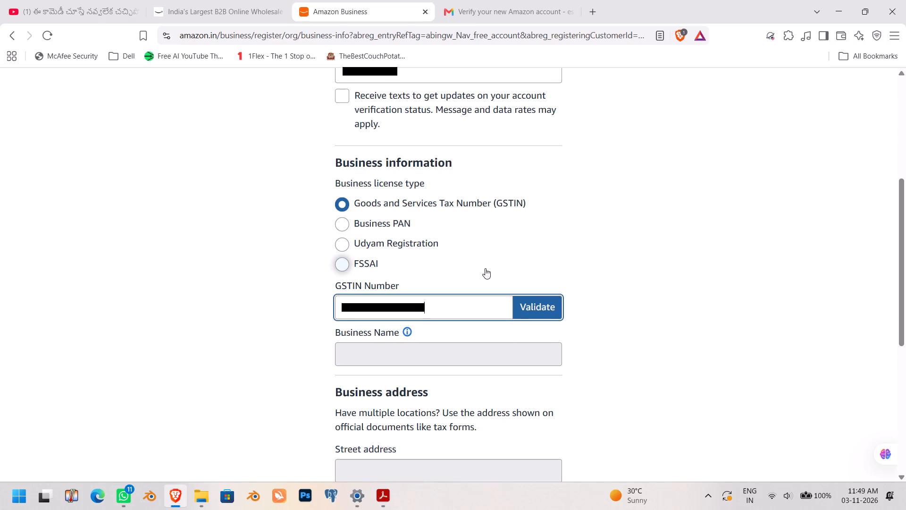
pyautogui.scroll(-1, 485, 268)
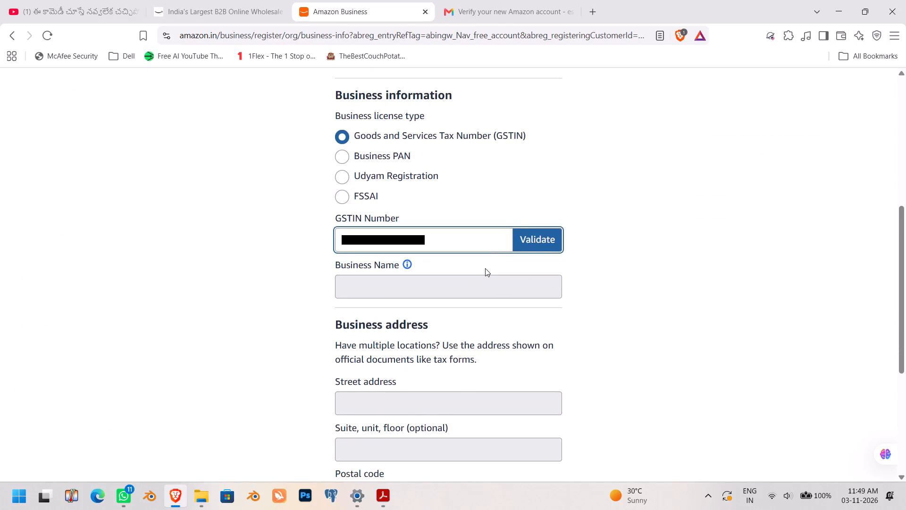
pyautogui.click(441, 282)
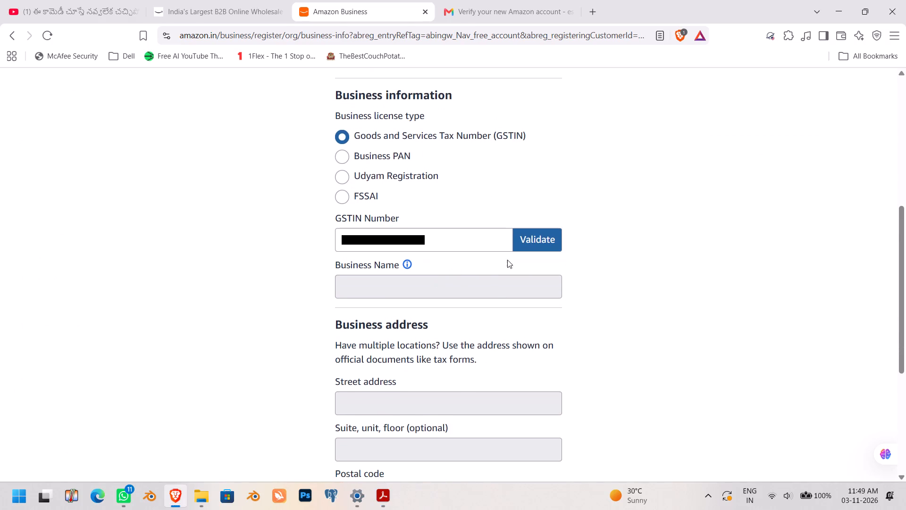
pyautogui.click(537, 246)
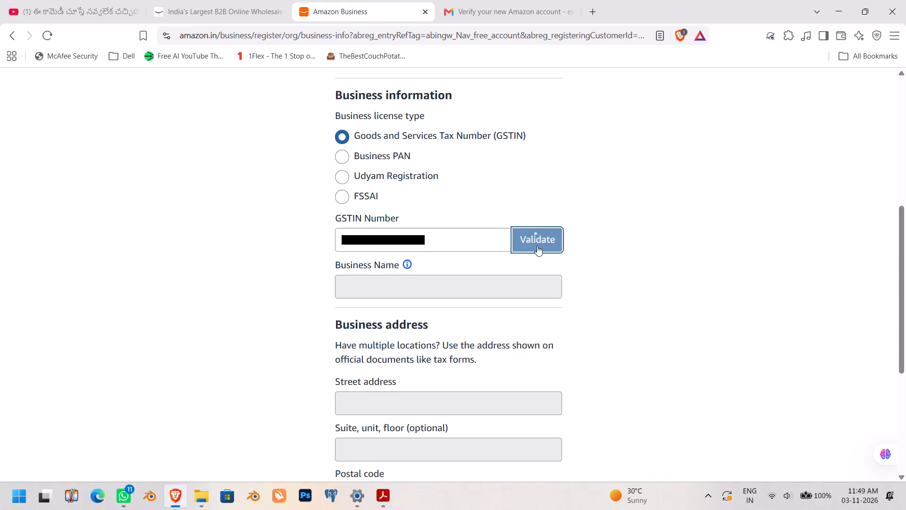
# Review the business name, business address and contact details filled in on the registration form.
pyautogui.scroll(-3, 537, 246)
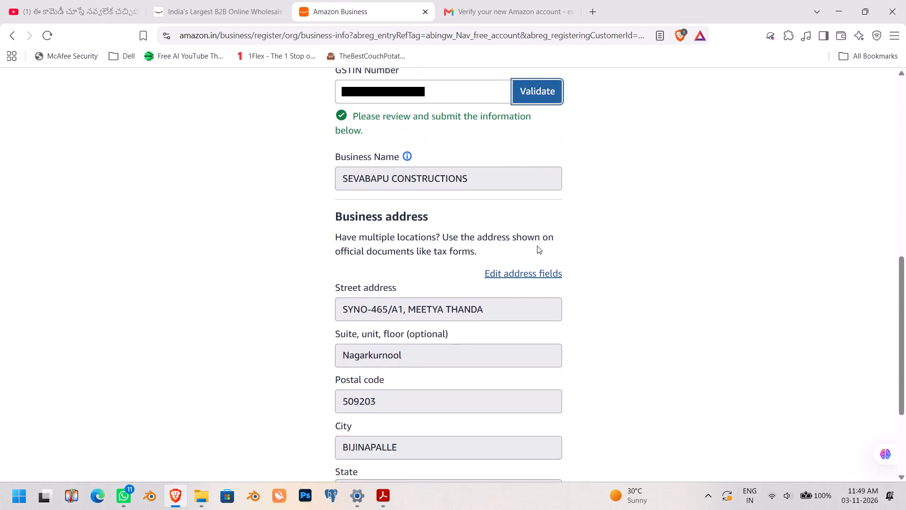
pyautogui.scroll(-2, 537, 246)
pyautogui.scroll(3, 537, 246)
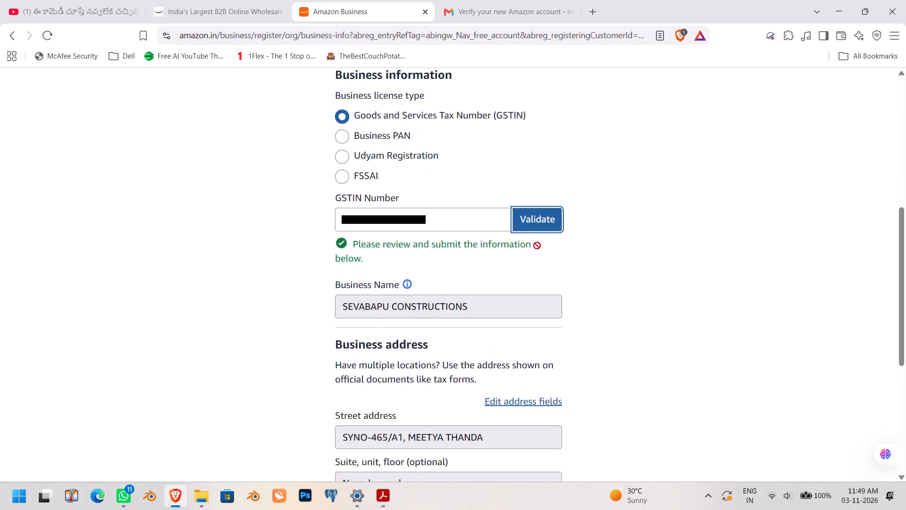
pyautogui.scroll(4, 537, 246)
# Try to submit the form to create the business account, and save the business address in the browser.
pyautogui.scroll(-2, 537, 246)
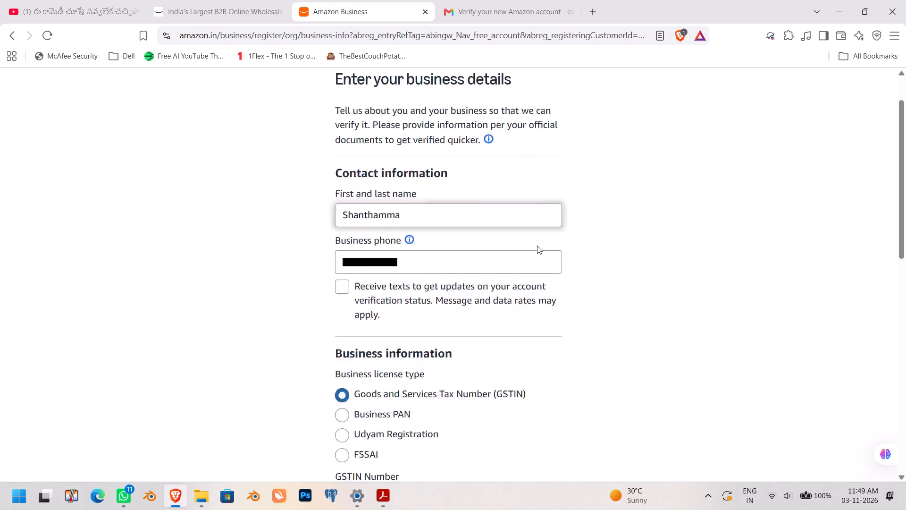
pyautogui.scroll(-2, 537, 246)
pyautogui.click(470, 387)
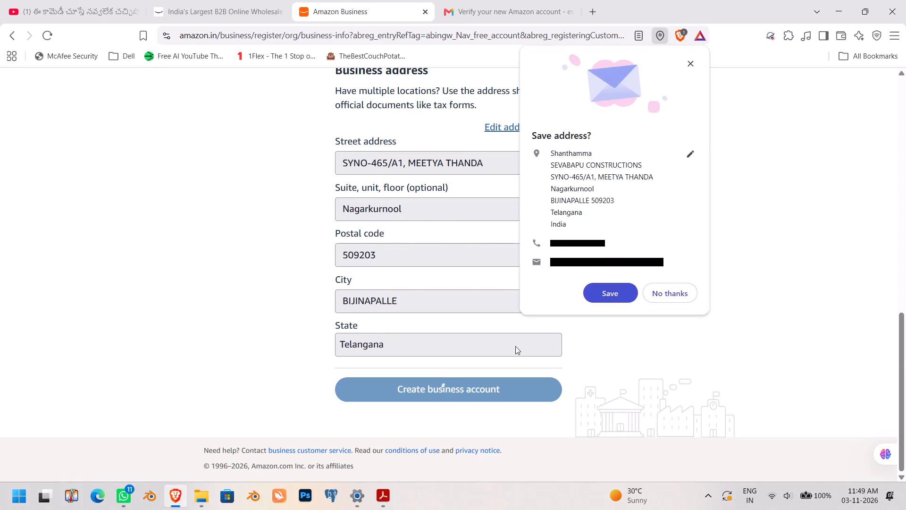
pyautogui.click(613, 288)
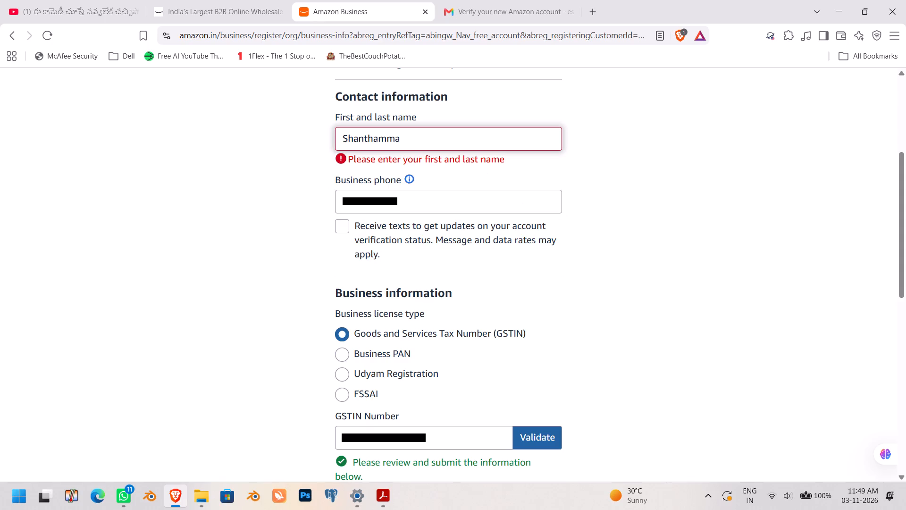
# Add the contact person's last name to the first and last name field and submit the form to create the business account.
pyautogui.click(452, 136)
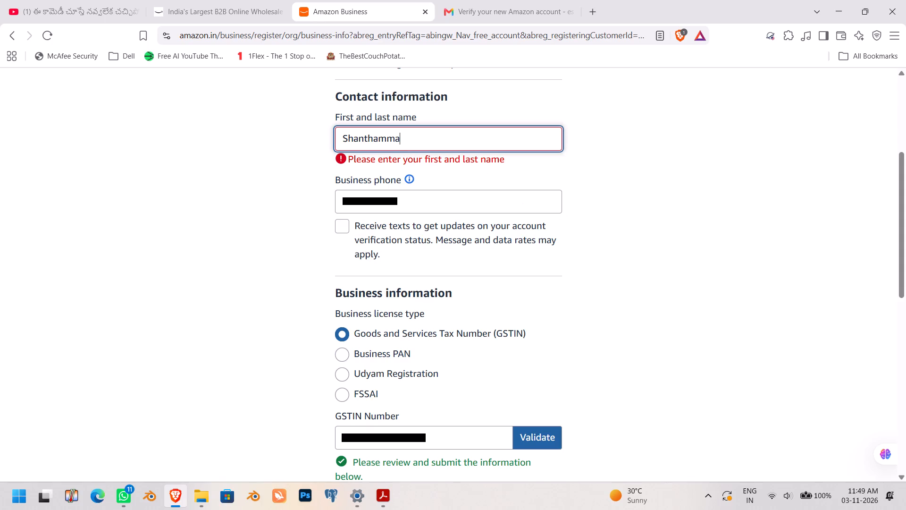
pyautogui.press('space')
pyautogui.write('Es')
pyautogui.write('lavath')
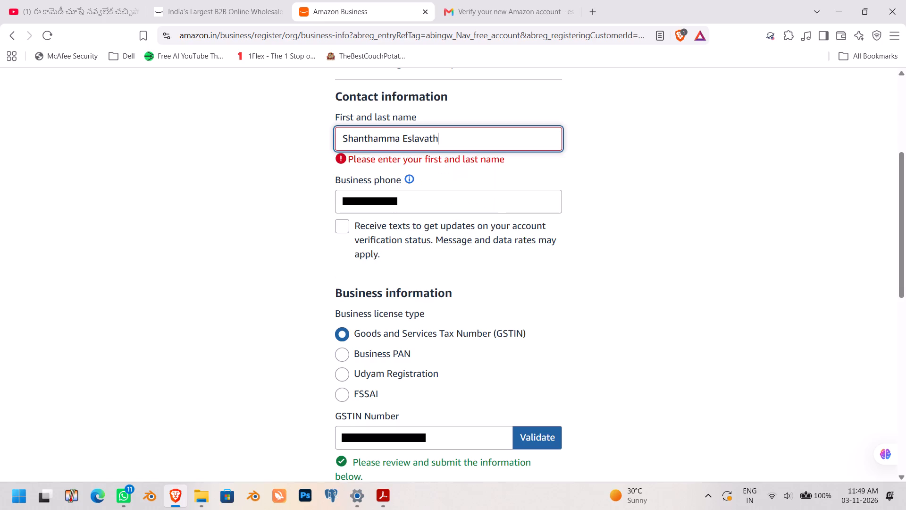
pyautogui.scroll(-5, 536, 310)
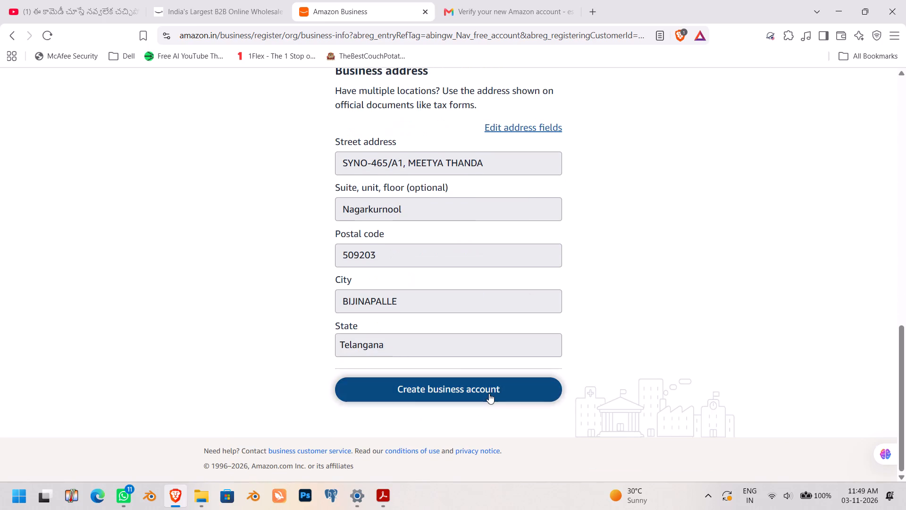
pyautogui.click(489, 393)
pyautogui.scroll(5, 590, 218)
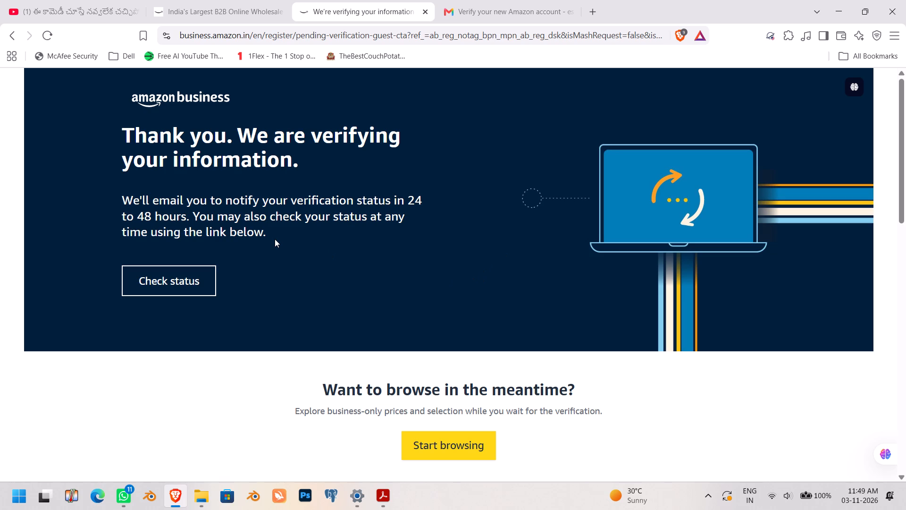
# Capture a screenshot of the Amazon Business page about the information being verified.
pyautogui.press('super+Print')
# Switch to Adobe Acrobat and close it along with the open GST registration certificate.
pyautogui.hotkey('alt', 'Tab')
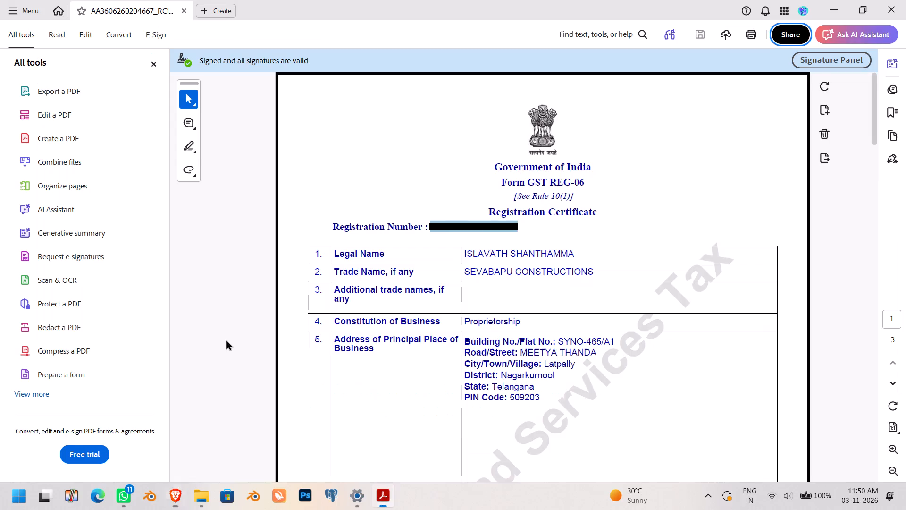
pyautogui.click(901, 0)
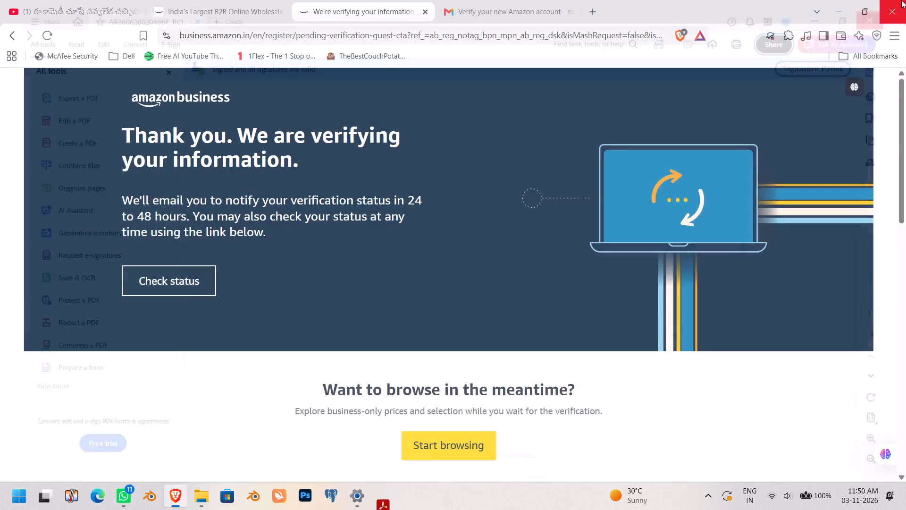
# Switch to the Downloads folder window in File Explorer.
pyautogui.hotkey('alt', 'Tab')
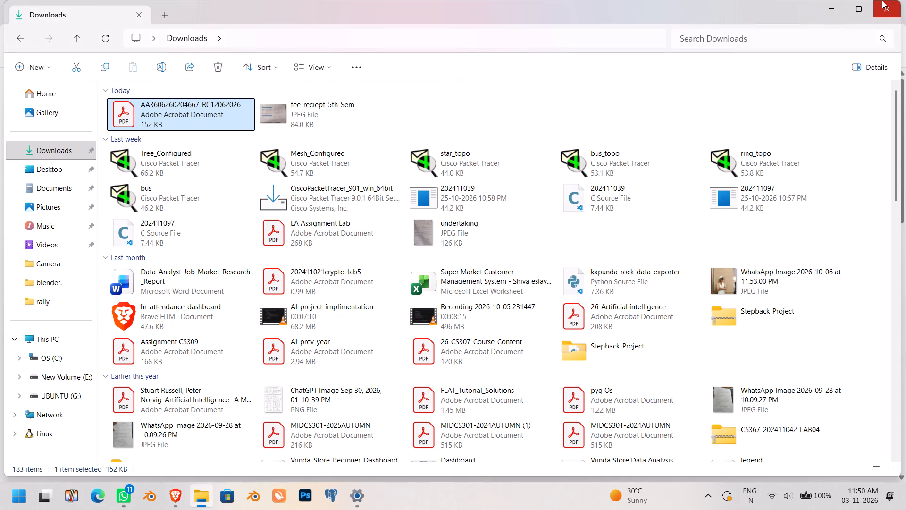
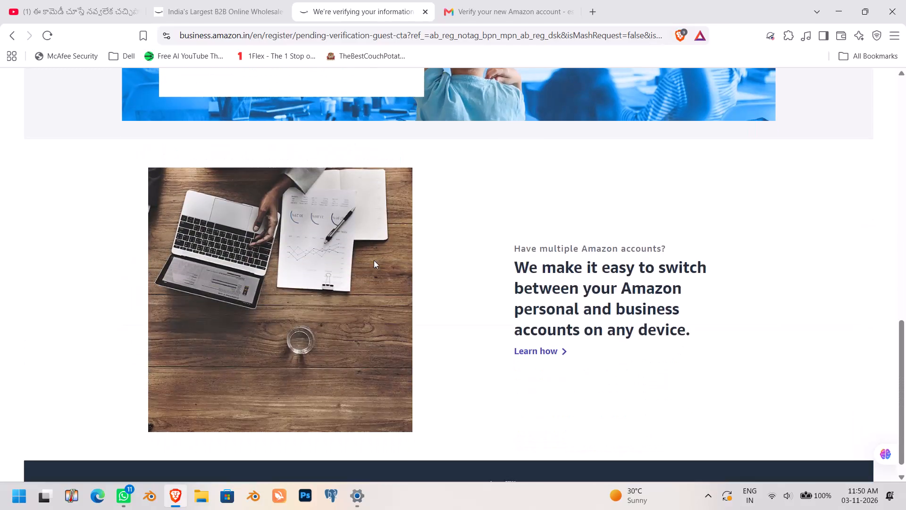
# Start browsing the Amazon Business store from the verification page.
pyautogui.scroll(7, 374, 260)
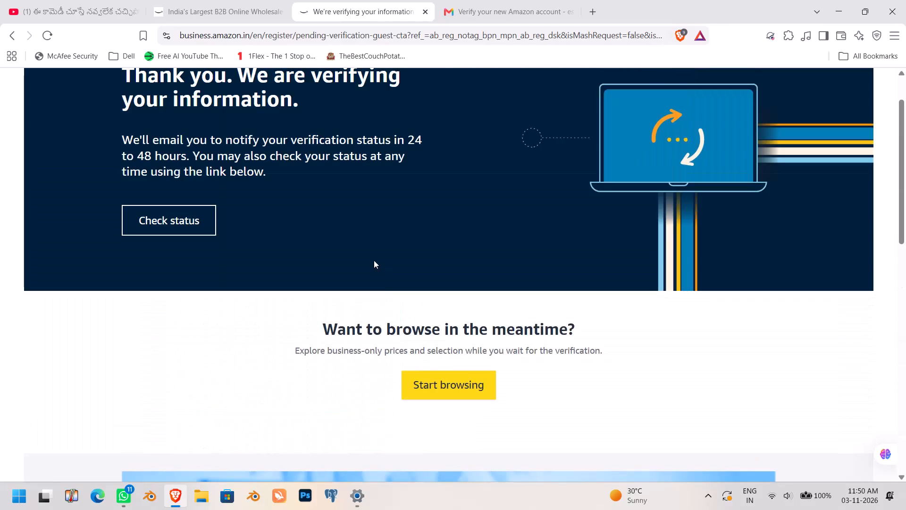
pyautogui.click(454, 441)
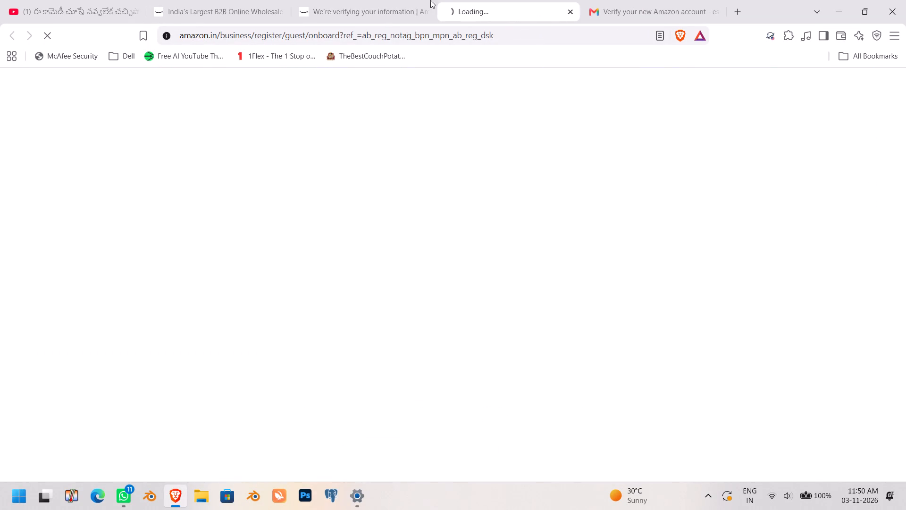
# Return to the account verification page and close its tab.
pyautogui.click(395, 0)
pyautogui.click(424, 11)
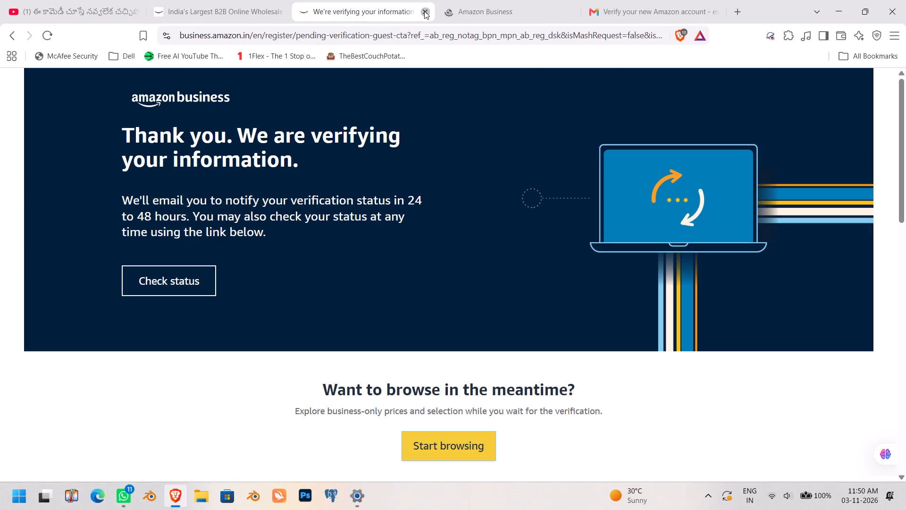